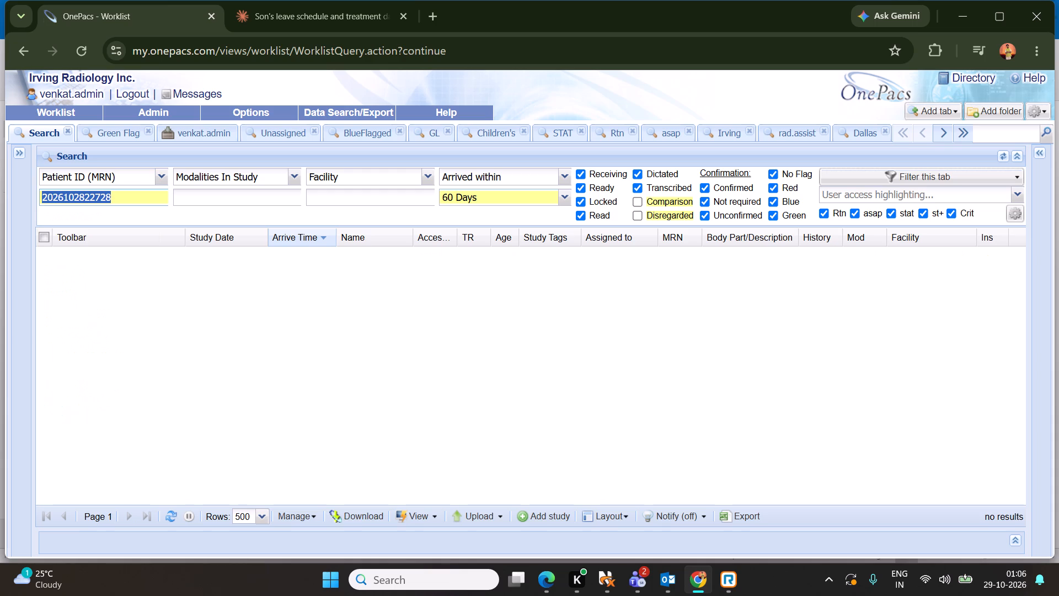
Search the worklist for the caller's study by entering the patient's MRN in the Patient ID filter.
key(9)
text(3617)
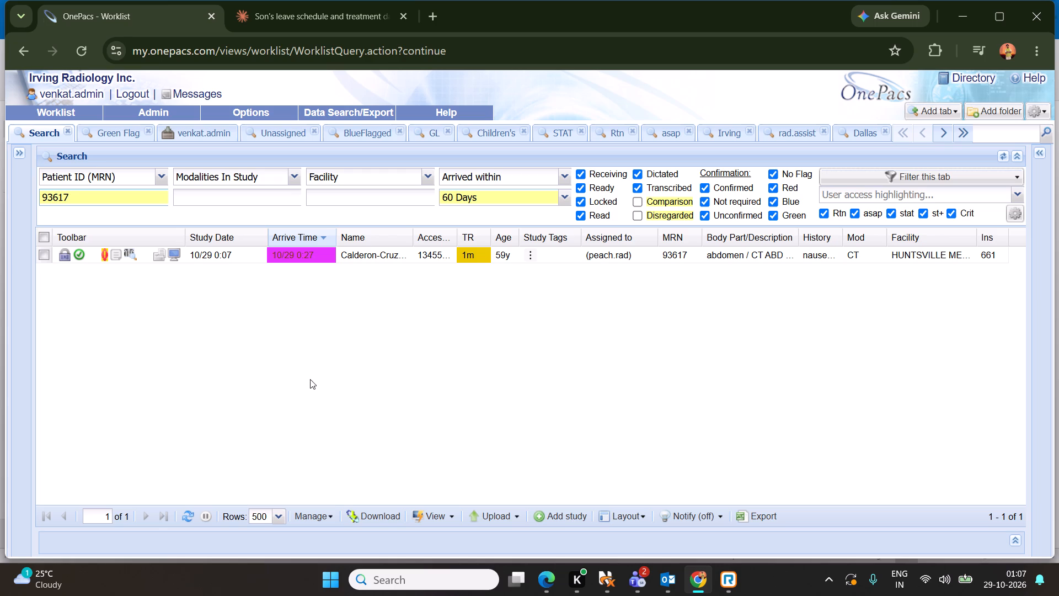
Switch to the active RingCentral phone call and follow the latest entries of its live transcript.
click(728, 584)
click(794, 514)
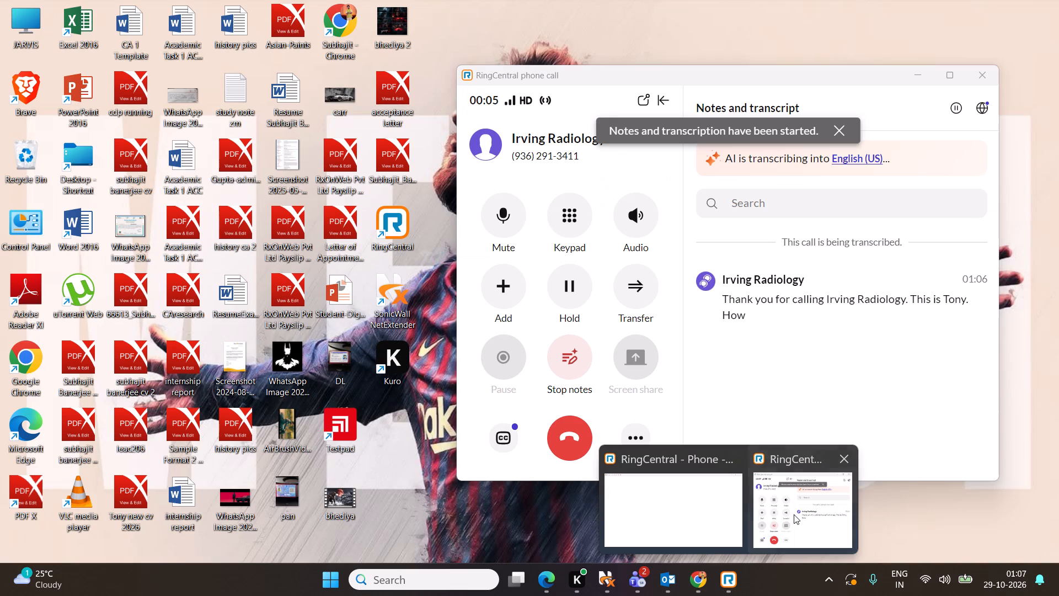
scroll(794, 379, down, 11)
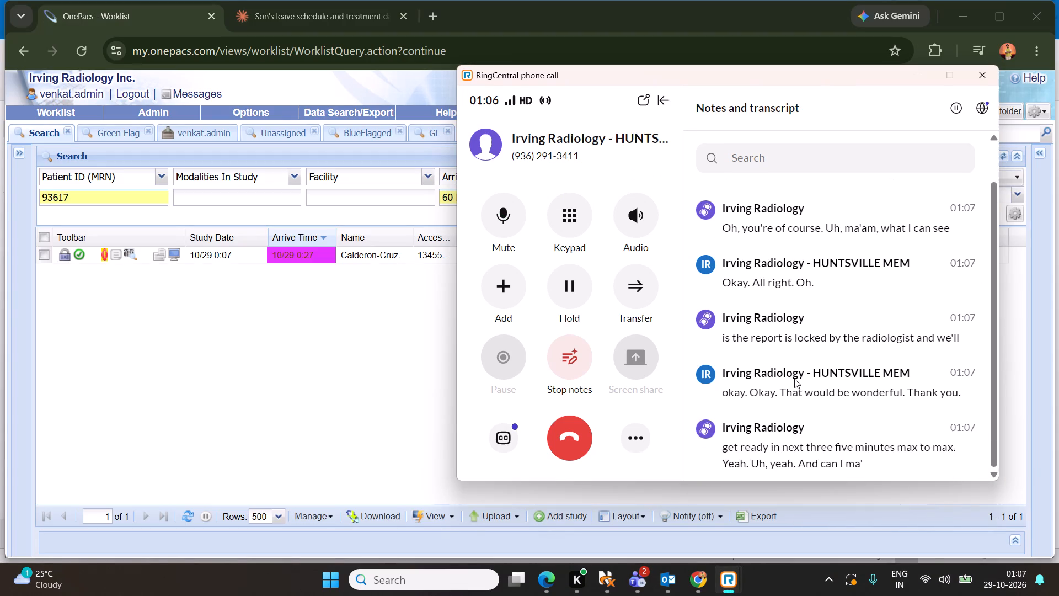
scroll(794, 379, down, 4)
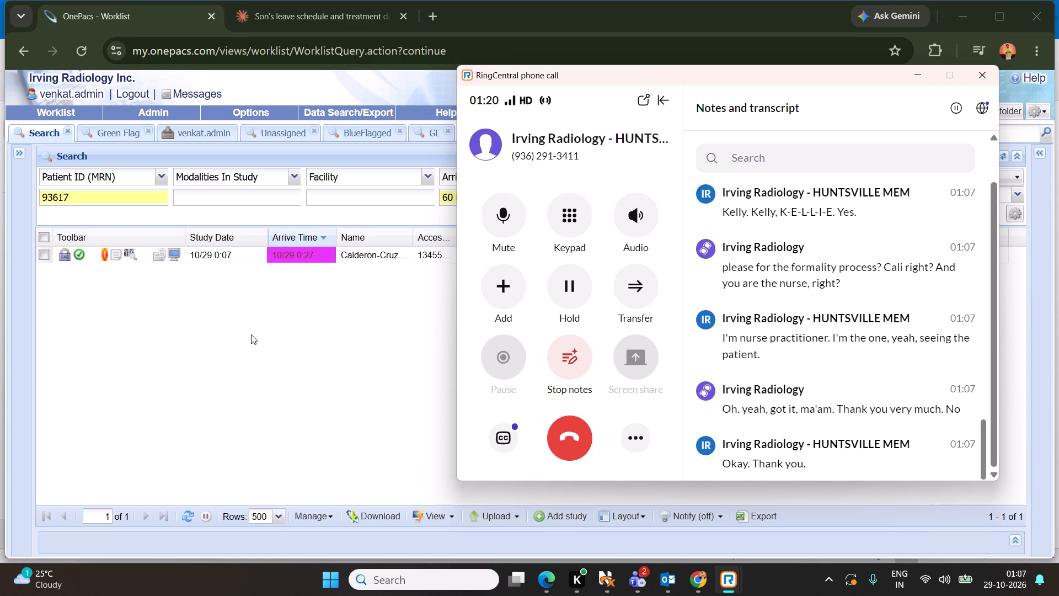
End the call with the HUNTSVILLE MEM caller and close the generated call notes.
click(560, 444)
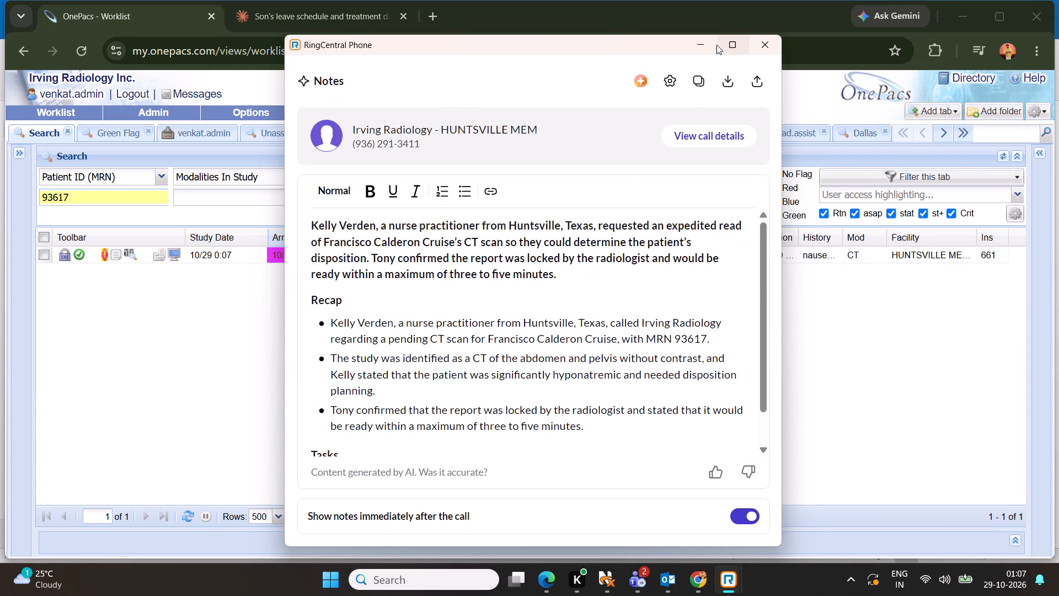
click(761, 38)
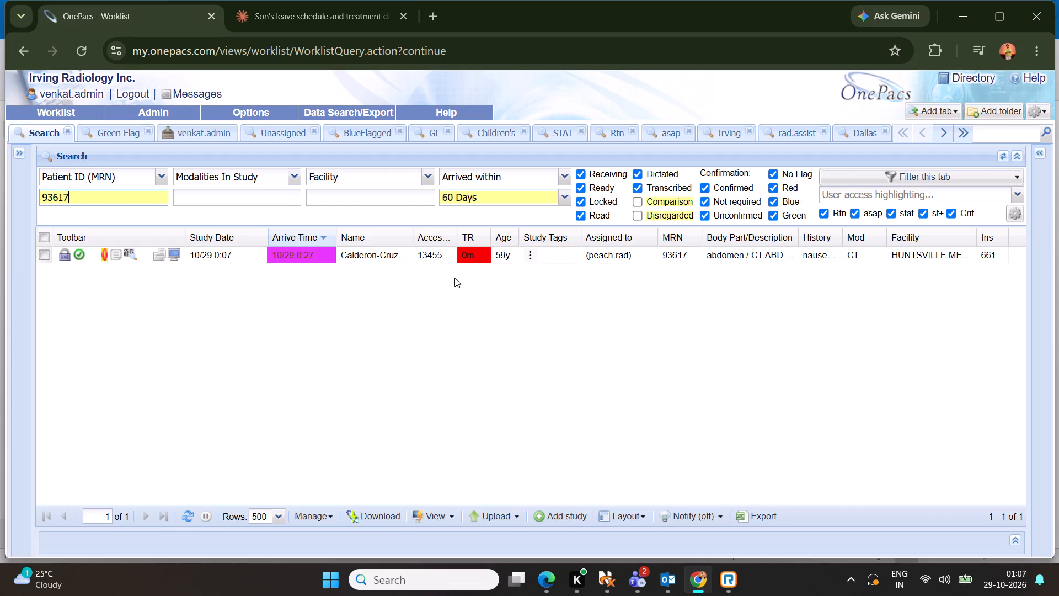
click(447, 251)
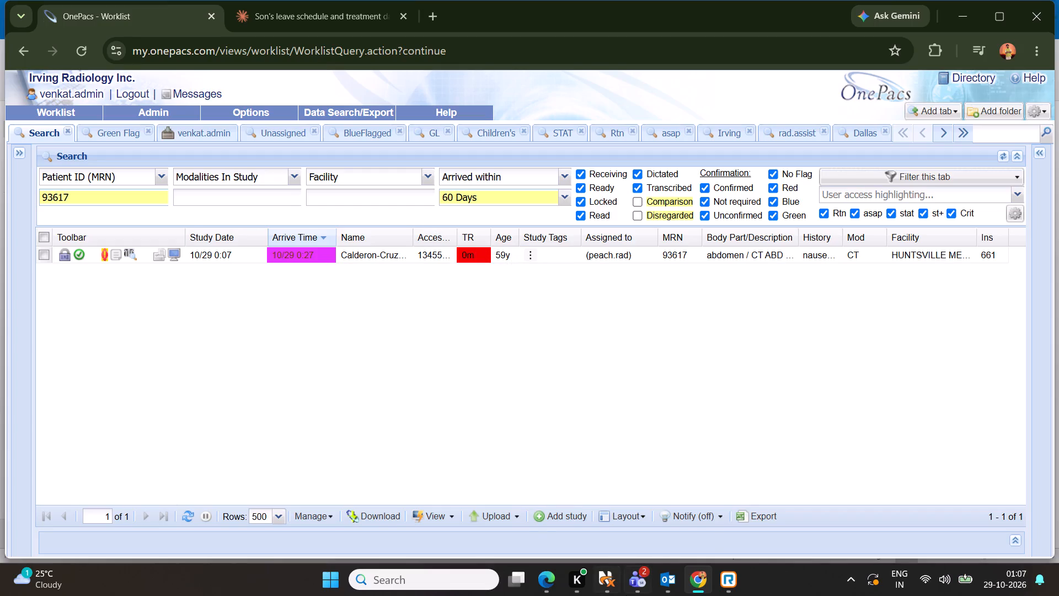
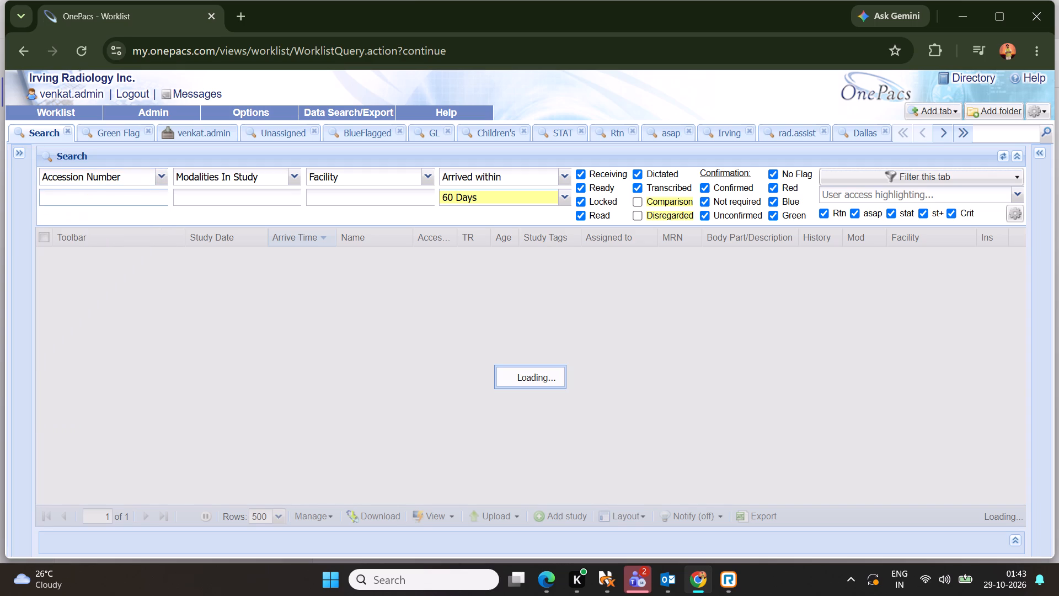
Search the worklist for the study by entering the copied accession number in the Accession Number filter.
key(ctrl+v)
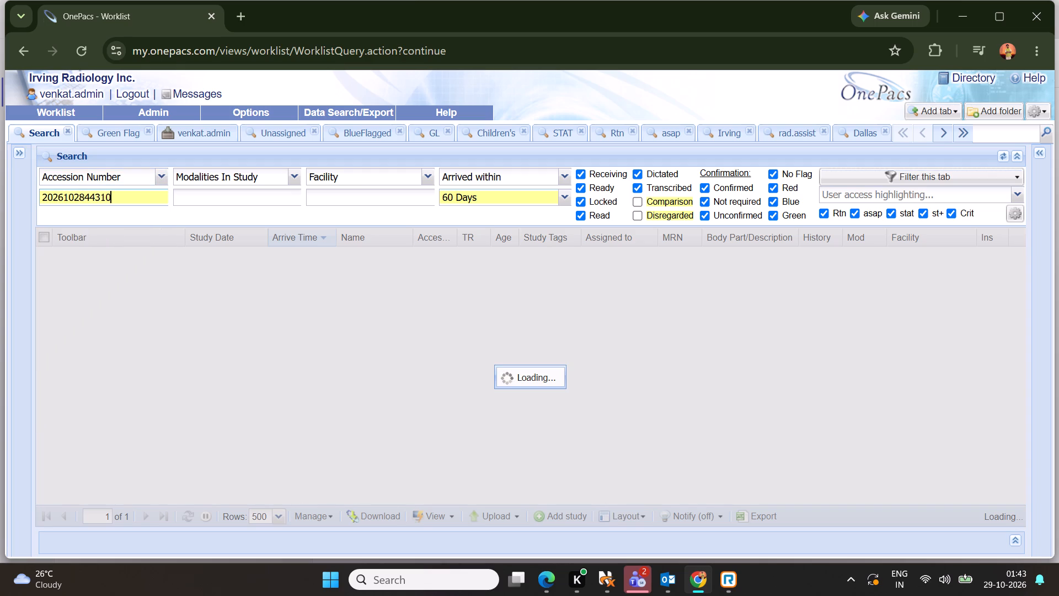
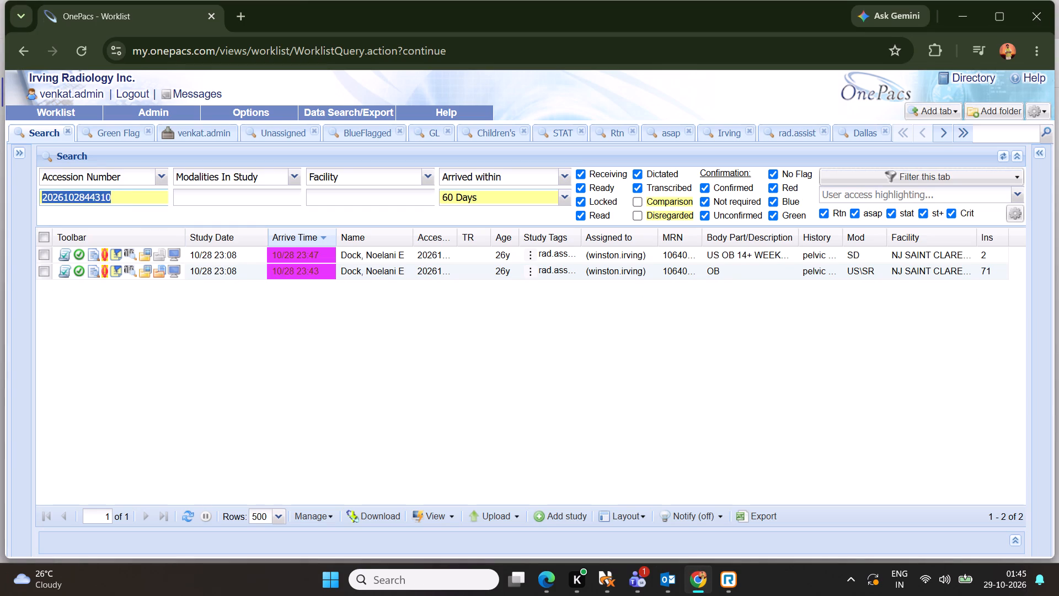
Search the worklist for the next study by replacing the Accession Number filter value with the copied accession number.
key(ctrl+v)
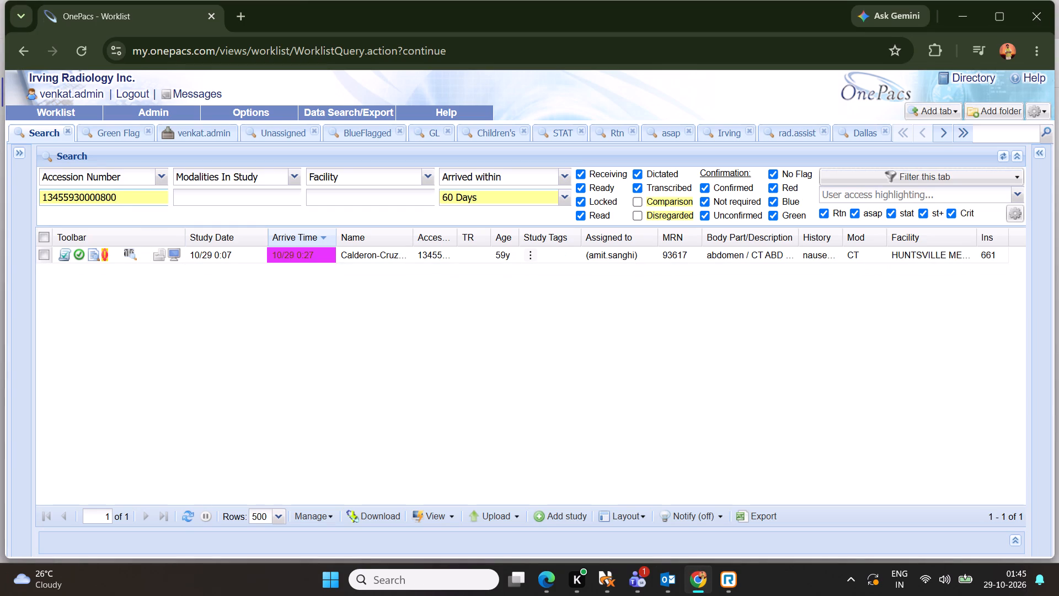
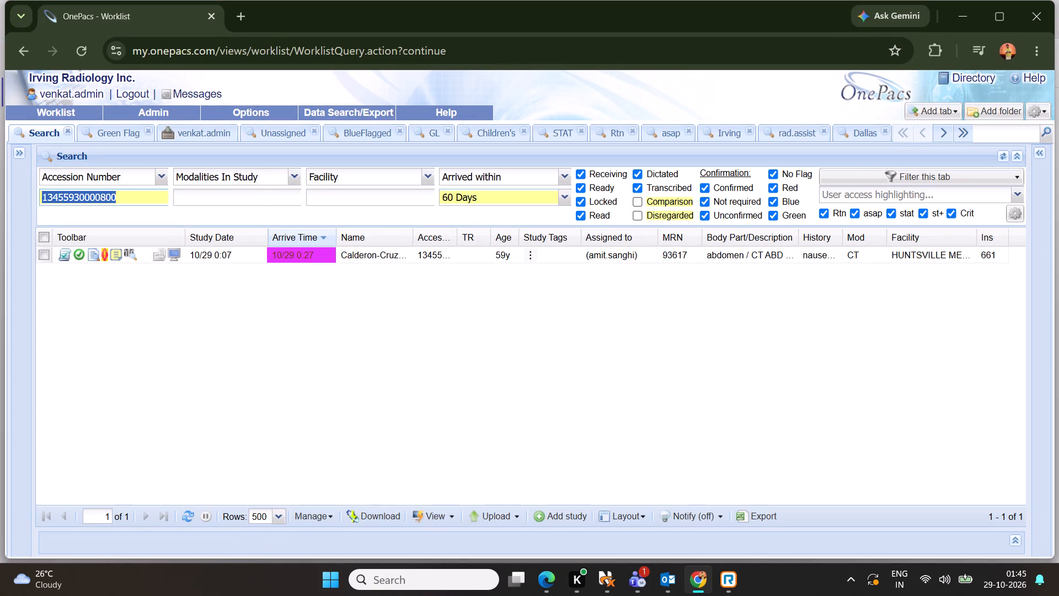
Replace the worklist's Accession Number filter value with the copied accession number to look up the requested study.
key(ctrl+v)
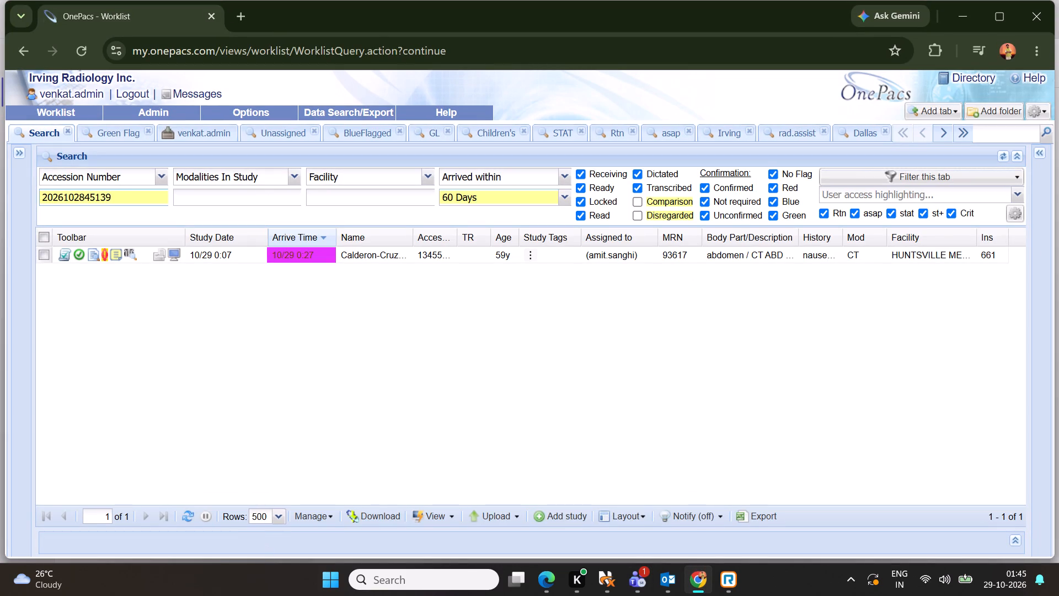